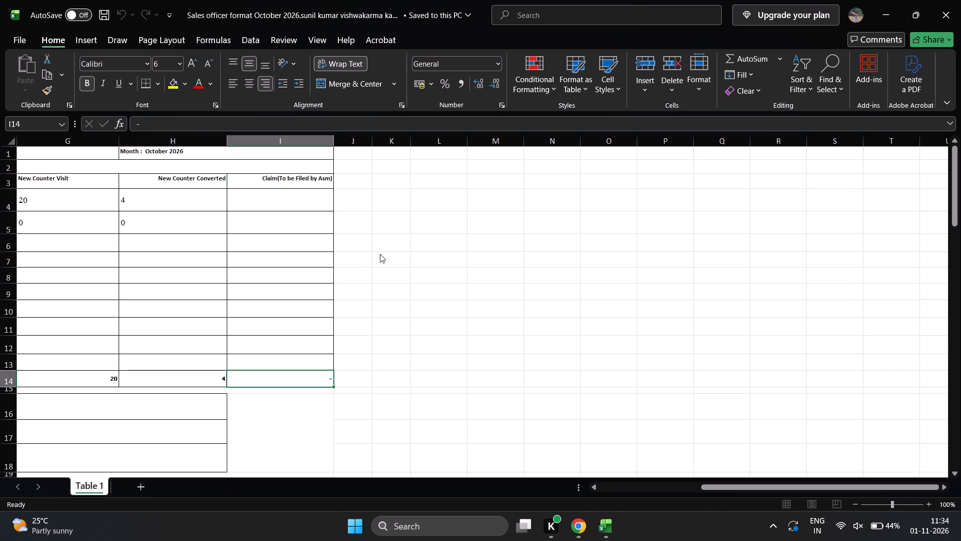
Select the merged sales officer name cell in the first row of the October 2026 sales report.
{"action": "scroll", "coordinate": [234, 287], "scroll_direction": "right", "scroll_amount": 7}
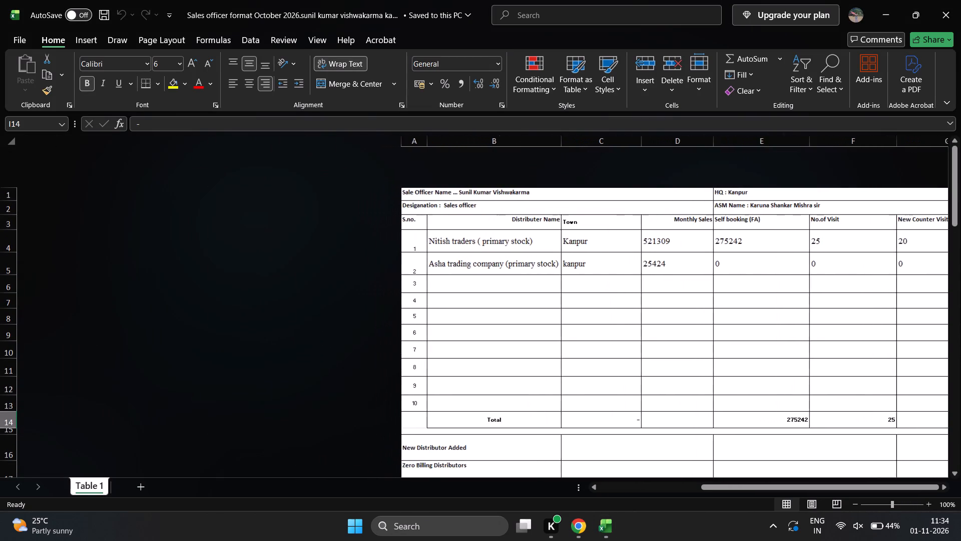
{"action": "scroll", "coordinate": [234, 287], "scroll_direction": "up", "scroll_amount": 1}
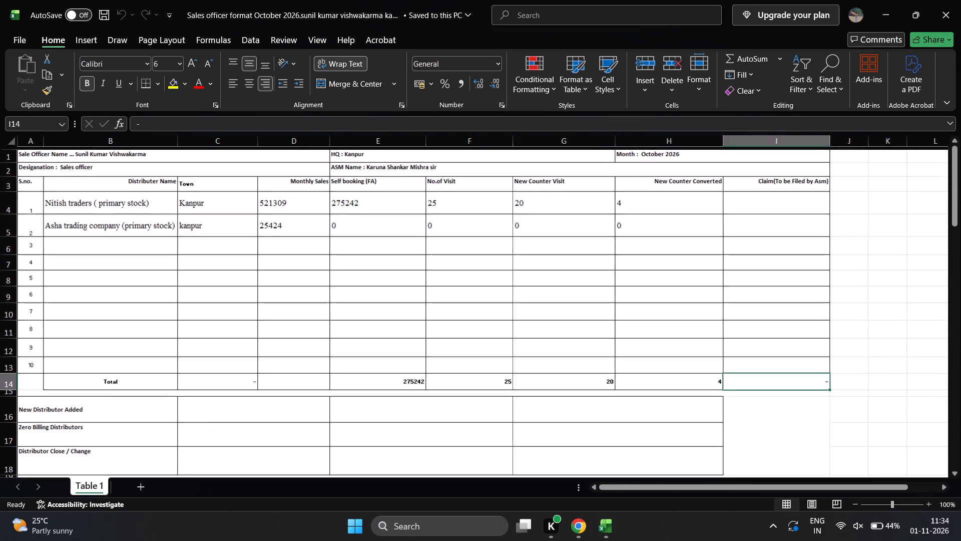
{"action": "left_click", "coordinate": [175, 153]}
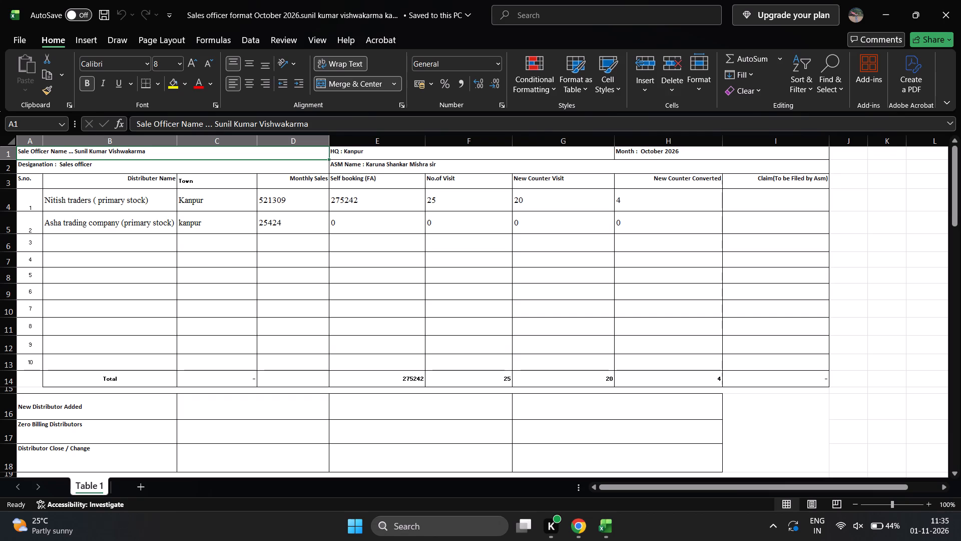
Replace the text in cell A1 with "Sale officer name:" followed by the new sales officer's name, not underlined.
{"action": "left_click", "coordinate": [175, 153]}
{"action": "left_click", "coordinate": [175, 153]}
{"action": "left_click_drag", "start_coordinate": [175, 153], "coordinate": [80, 154]}
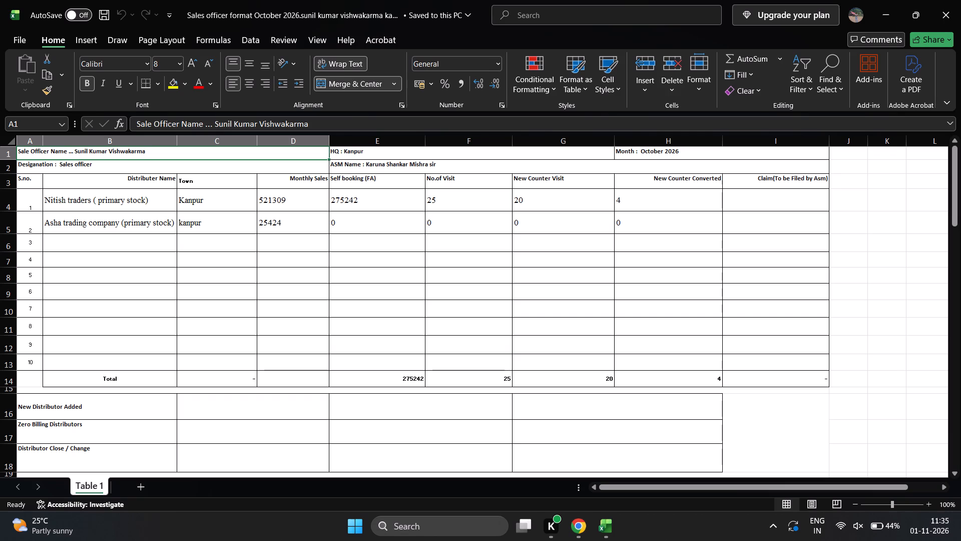
{"action": "left_click", "coordinate": [80, 154]}
{"action": "left_click_drag", "start_coordinate": [155, 150], "coordinate": [70, 153]}
{"action": "key", "text": "BackSpace"}
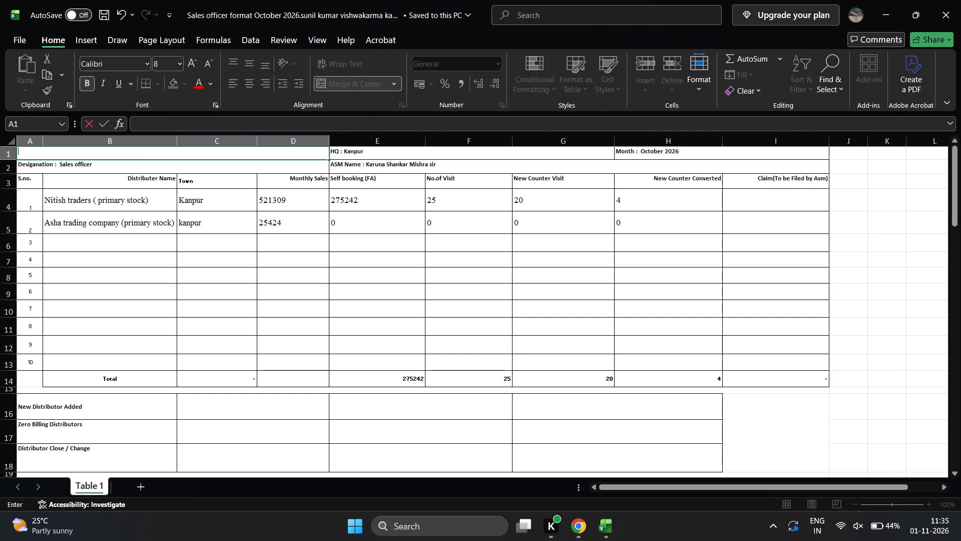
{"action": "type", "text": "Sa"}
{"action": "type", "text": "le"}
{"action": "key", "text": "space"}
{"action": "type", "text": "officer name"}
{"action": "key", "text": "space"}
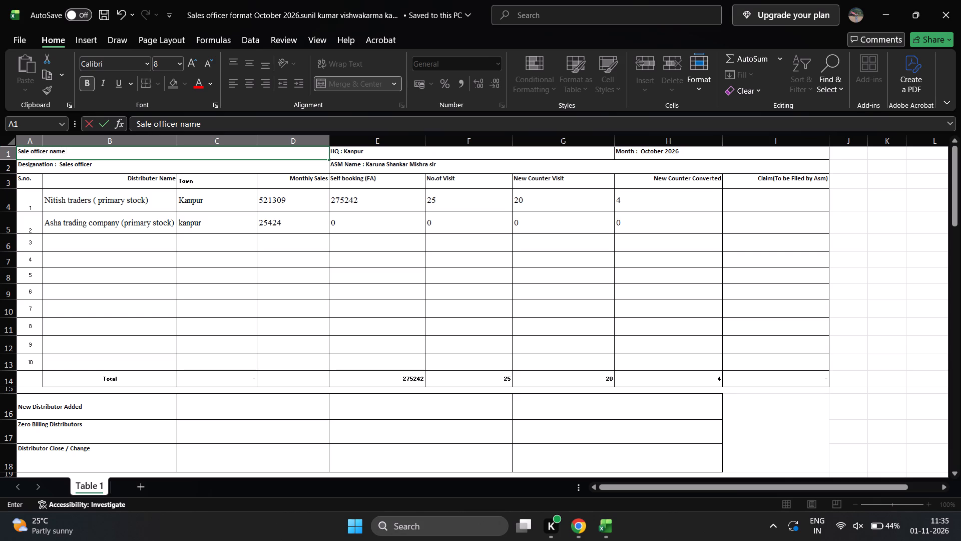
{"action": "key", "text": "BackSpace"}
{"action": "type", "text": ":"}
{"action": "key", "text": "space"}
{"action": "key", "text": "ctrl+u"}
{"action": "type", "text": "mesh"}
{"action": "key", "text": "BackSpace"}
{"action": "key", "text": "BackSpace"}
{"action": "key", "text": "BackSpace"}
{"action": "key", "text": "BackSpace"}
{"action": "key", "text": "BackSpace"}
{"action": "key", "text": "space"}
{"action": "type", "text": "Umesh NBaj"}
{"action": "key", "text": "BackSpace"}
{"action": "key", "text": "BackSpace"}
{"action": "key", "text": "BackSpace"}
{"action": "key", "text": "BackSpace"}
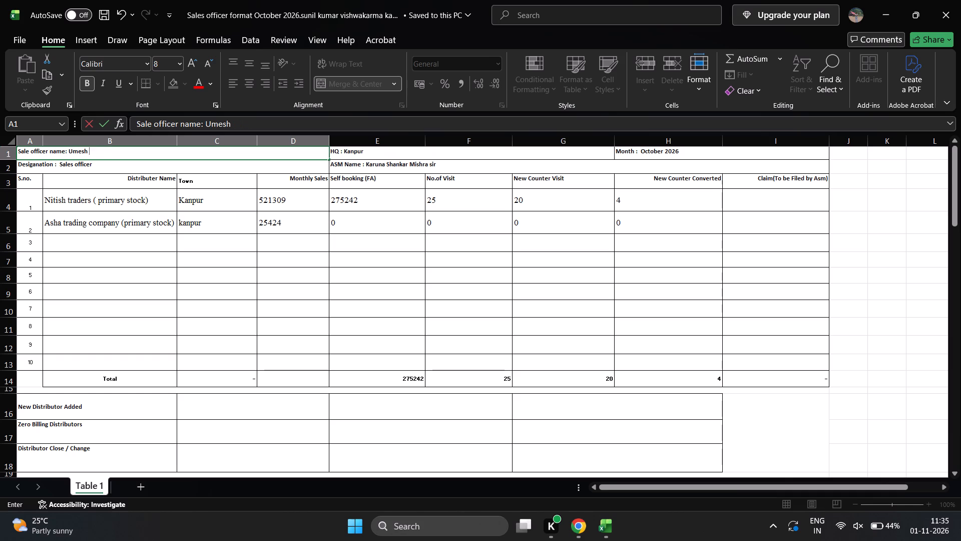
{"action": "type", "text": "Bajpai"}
Replace the first distributor's name in cell B4 with "Kushwaha Kirana and general store".
{"action": "left_click", "coordinate": [149, 202]}
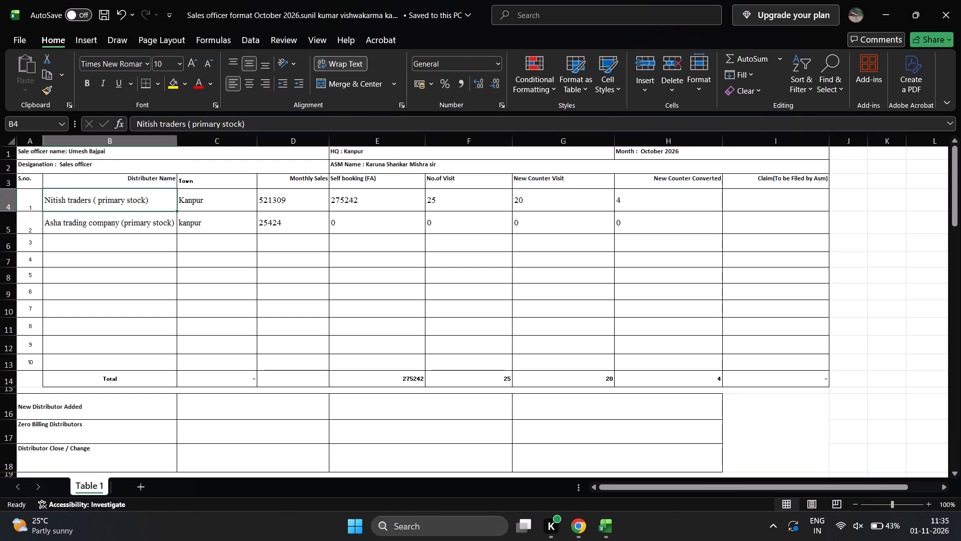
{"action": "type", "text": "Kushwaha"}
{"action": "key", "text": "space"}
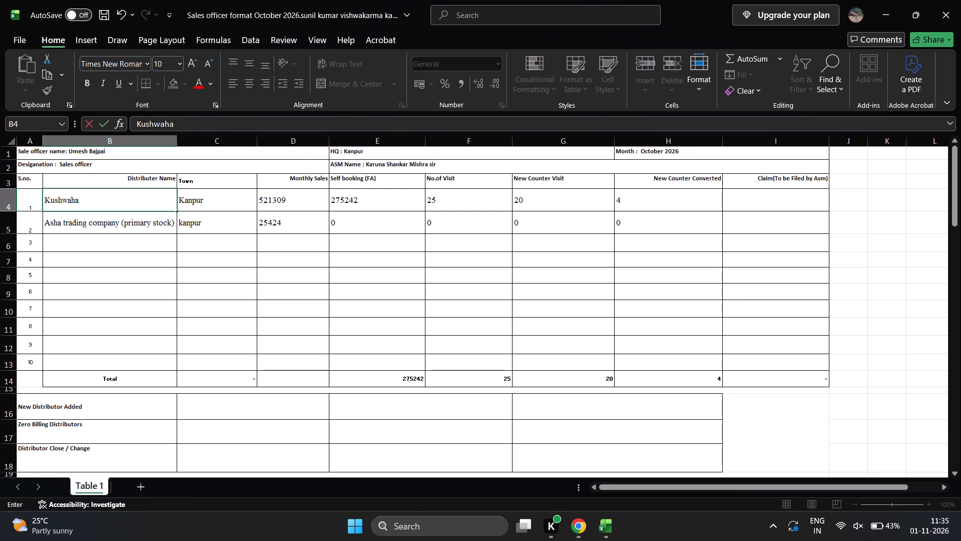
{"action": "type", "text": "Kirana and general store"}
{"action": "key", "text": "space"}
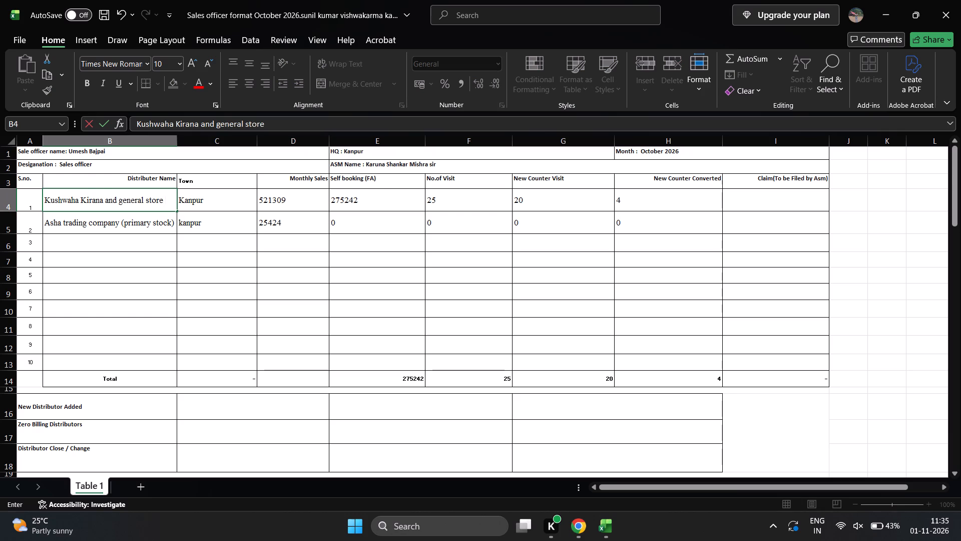
Replace the second distributor's name in cell B5 with "Banke bihari enterprises".
{"action": "left_click", "coordinate": [164, 223]}
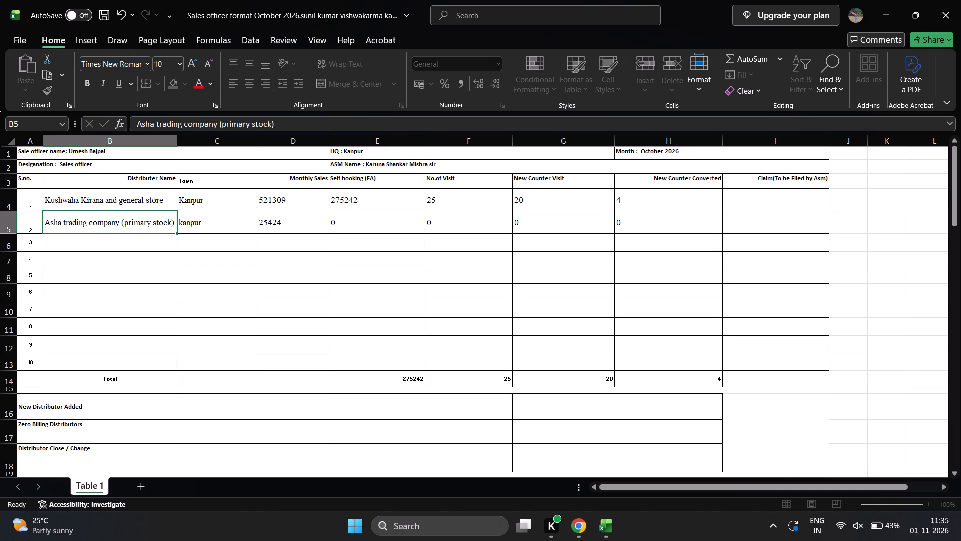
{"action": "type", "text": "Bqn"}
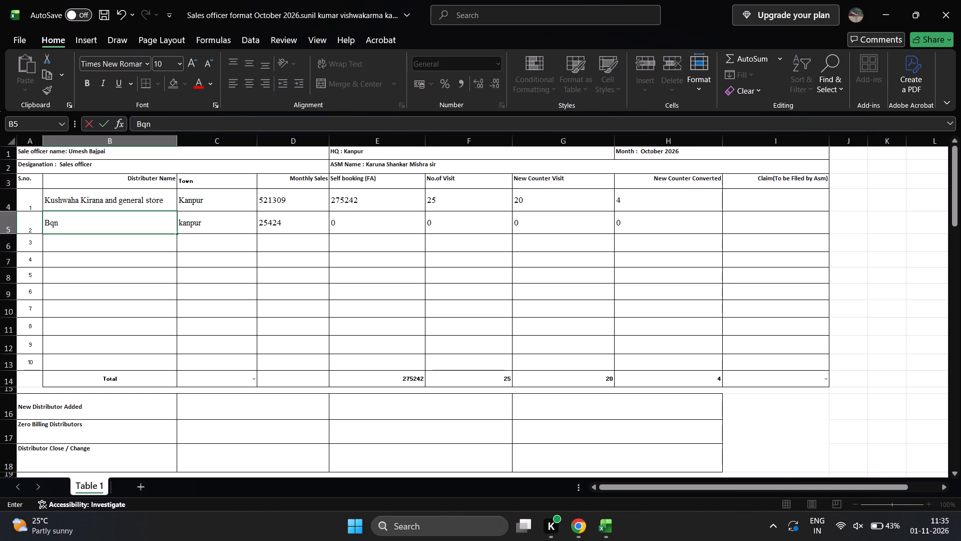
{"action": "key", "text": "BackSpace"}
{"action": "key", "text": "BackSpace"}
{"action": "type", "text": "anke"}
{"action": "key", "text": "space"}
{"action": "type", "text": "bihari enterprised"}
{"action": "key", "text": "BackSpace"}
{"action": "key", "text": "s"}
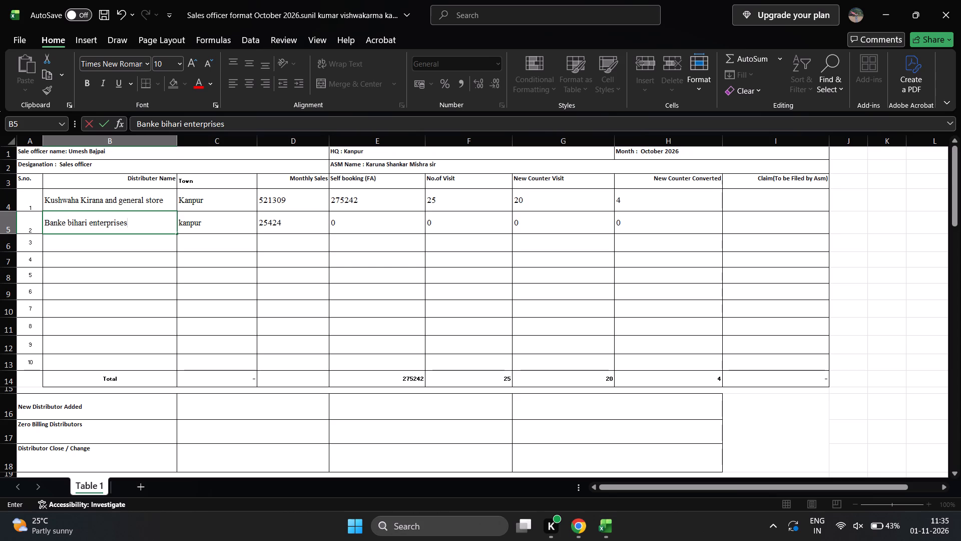
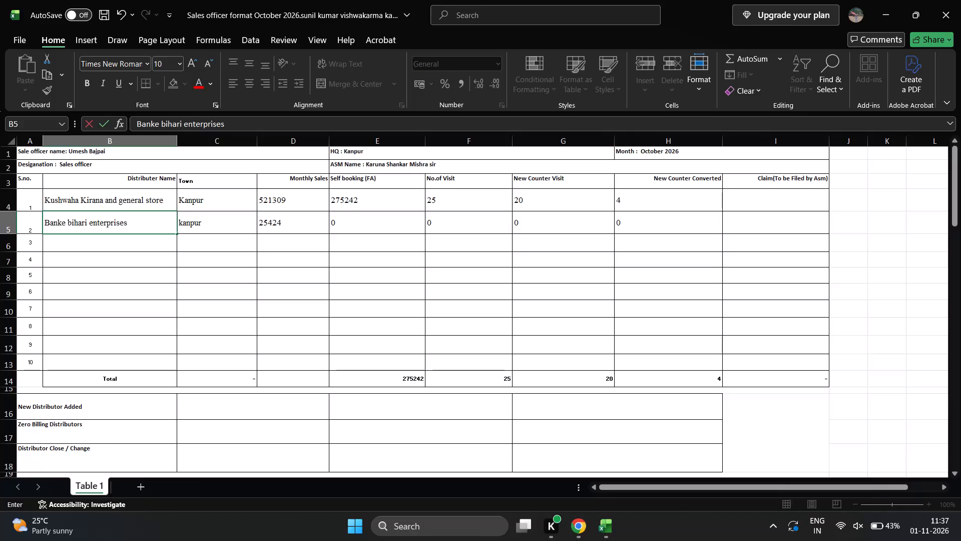
Replace the Monthly Sales figures with 73082 for Kushwaha Kirana and general store and 28443 for Banke bihari enterprises.
{"action": "left_click", "coordinate": [290, 200]}
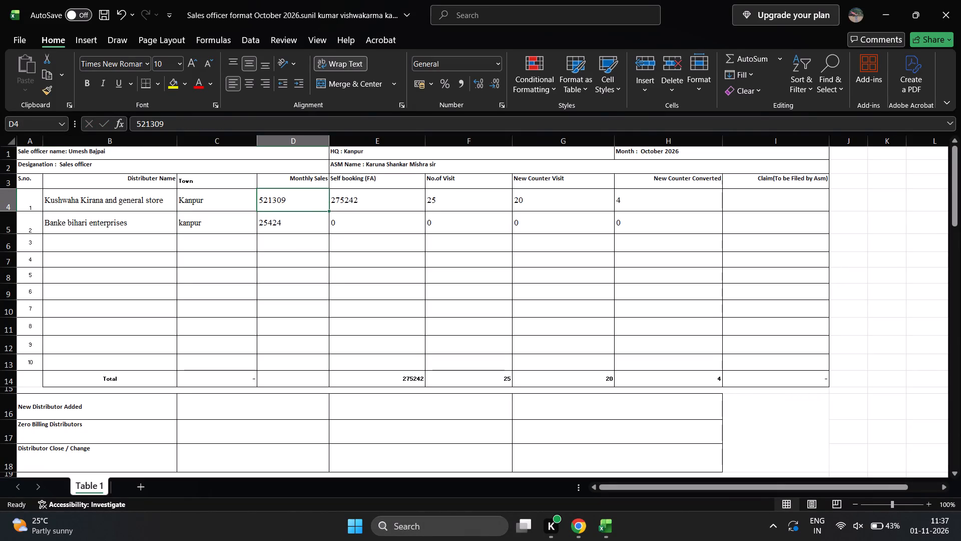
{"action": "type", "text": "730"}
{"action": "type", "text": "82"}
{"action": "left_click", "coordinate": [300, 224]}
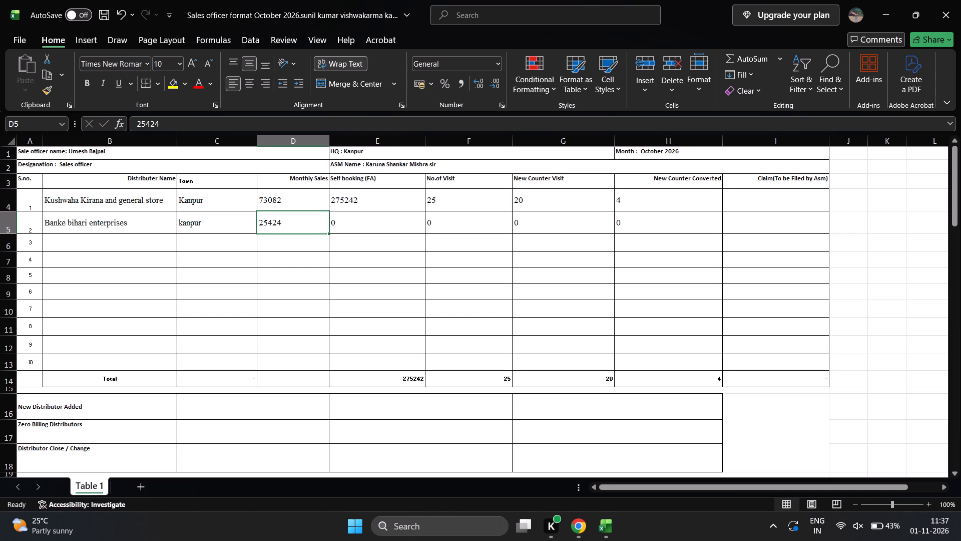
{"action": "type", "text": "28"}
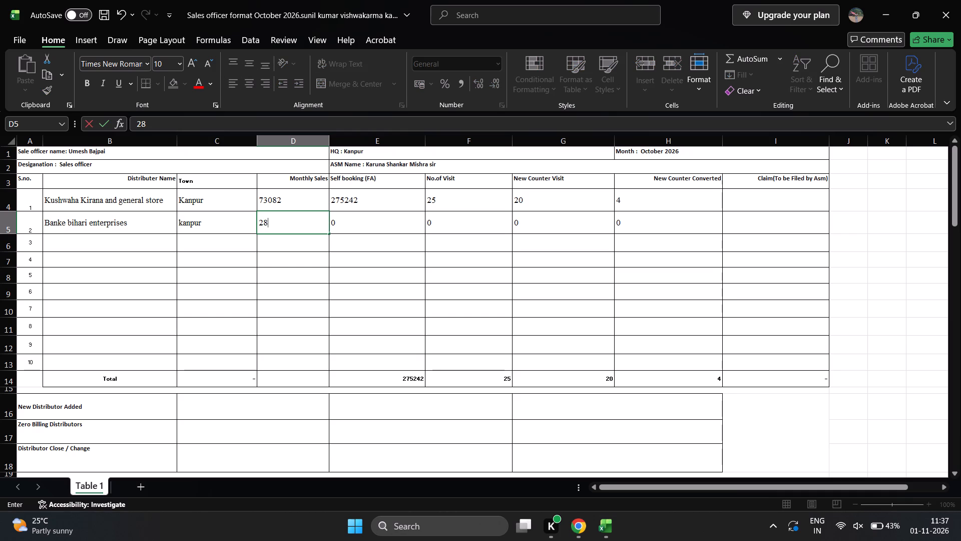
{"action": "type", "text": "443"}
{"action": "left_click", "coordinate": [383, 204]}
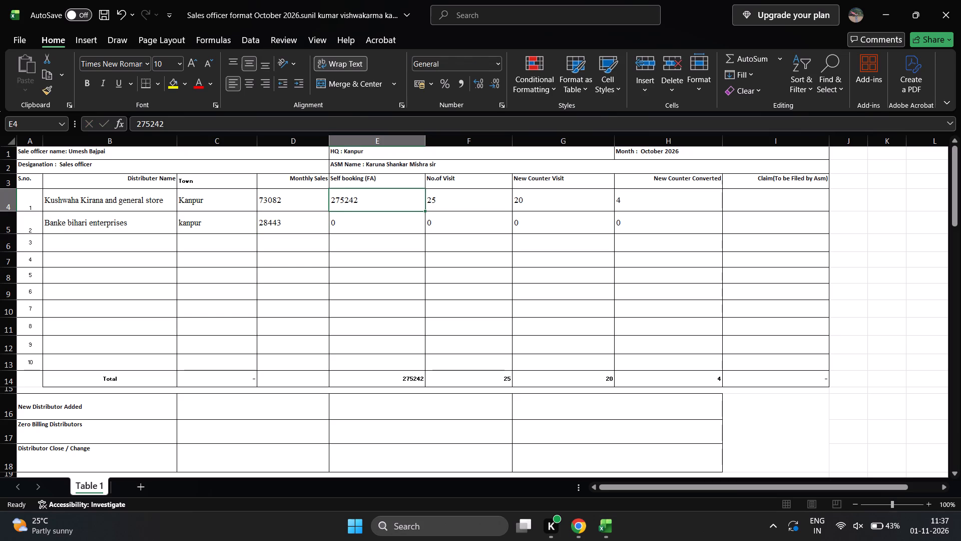
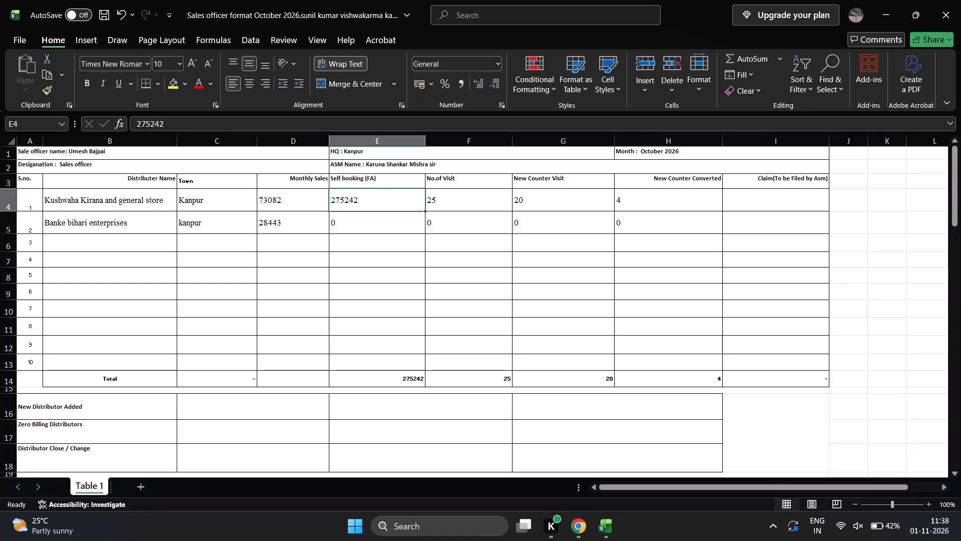
Set the Self booking (FA) figure to 57508 for both Banke bihari enterprises and Kushwaha Kirana and general store.
{"action": "left_click", "coordinate": [384, 221]}
{"action": "type", "text": "57508"}
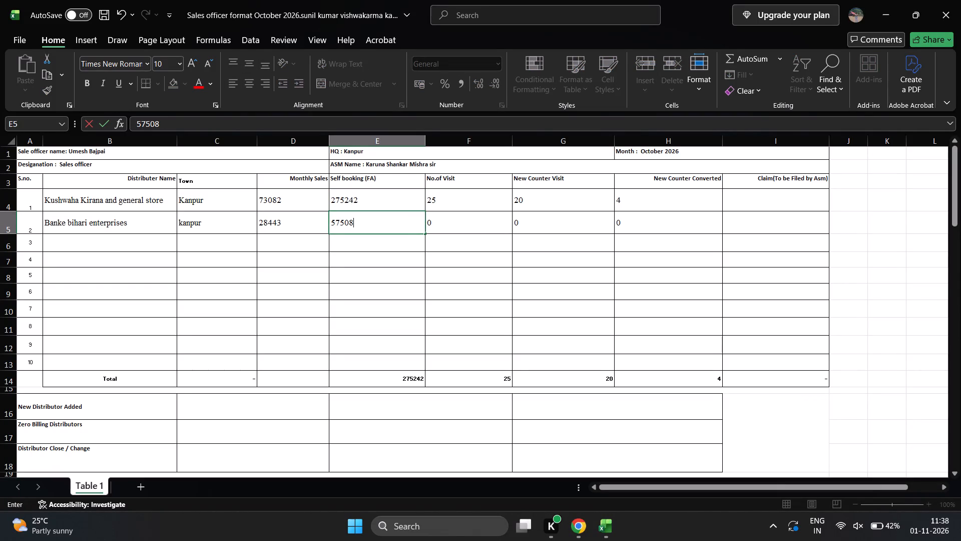
{"action": "left_click", "coordinate": [389, 203]}
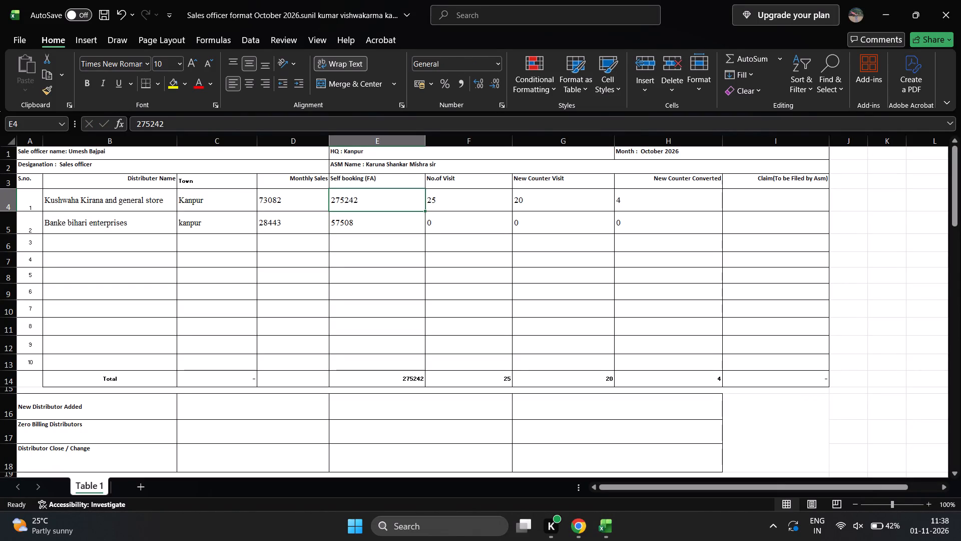
{"action": "type", "text": "57508"}
{"action": "left_click", "coordinate": [370, 220]}
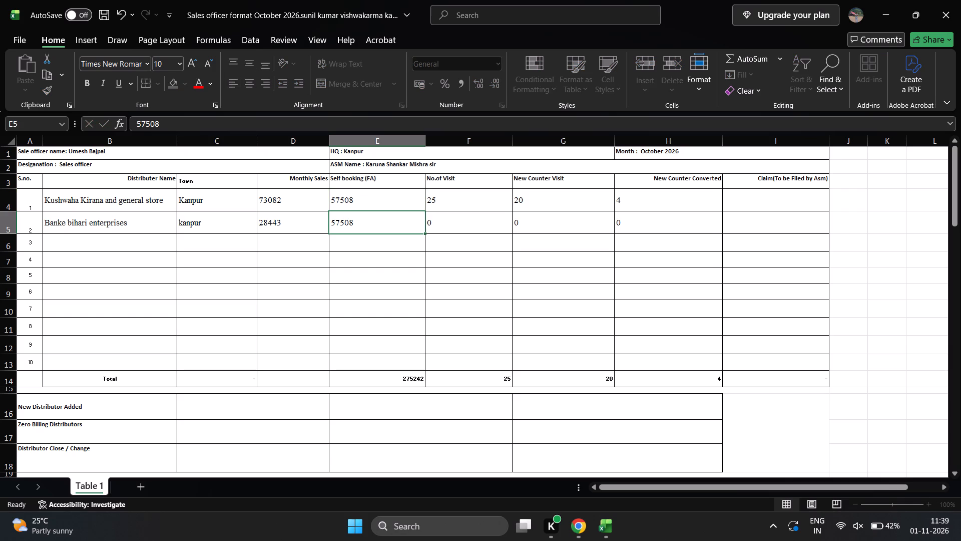
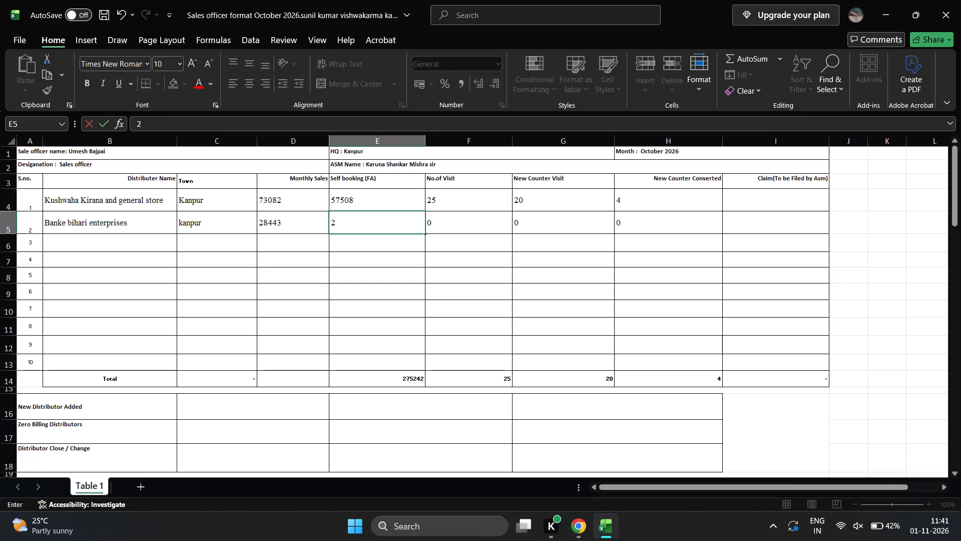
Set the Self booking (FA) figure for Banke bihari enterprises to 24770.
{"action": "type", "text": "4770"}
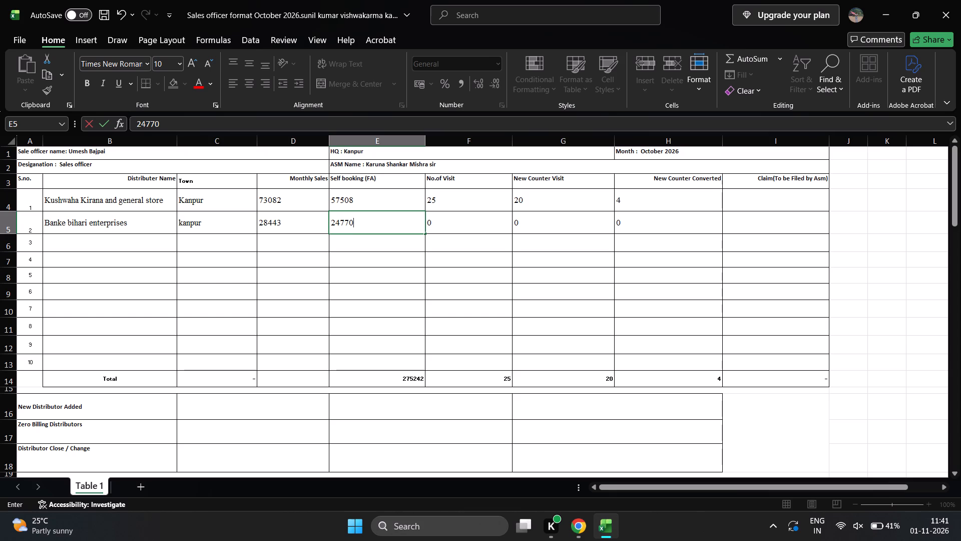
Set No.of Visit to 40 for both Kushwaha Kirana and general store and Banke bihari enterprises.
{"action": "left_click", "coordinate": [433, 203]}
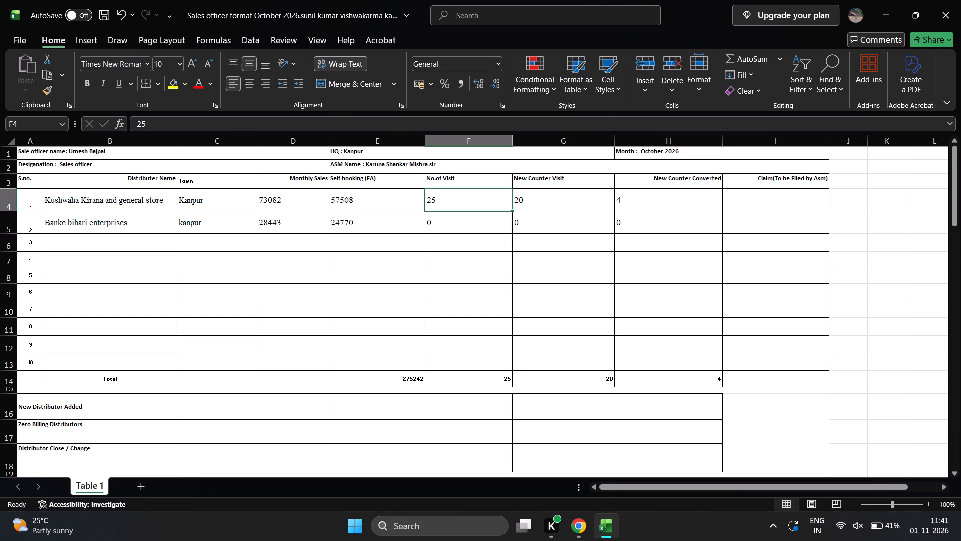
{"action": "type", "text": "40"}
{"action": "left_click", "coordinate": [441, 230]}
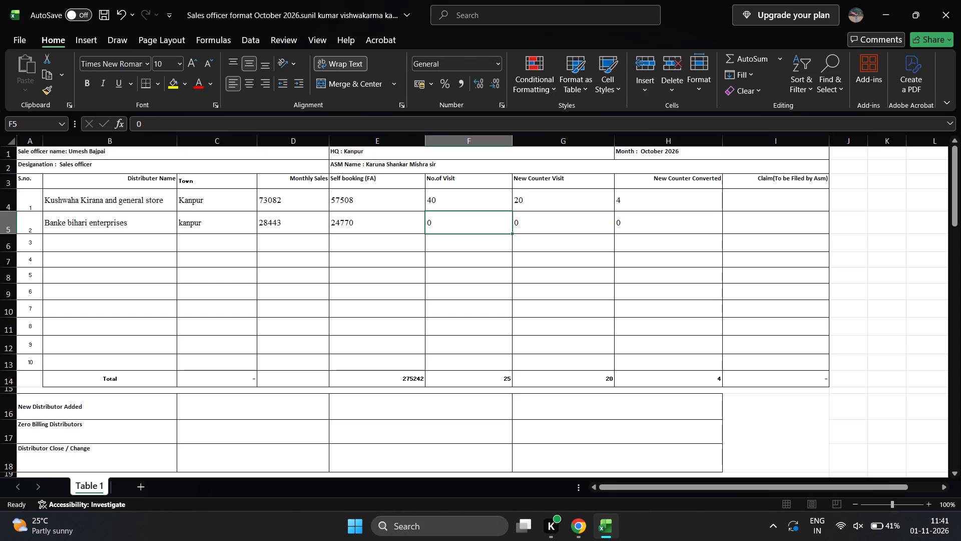
{"action": "type", "text": "40"}
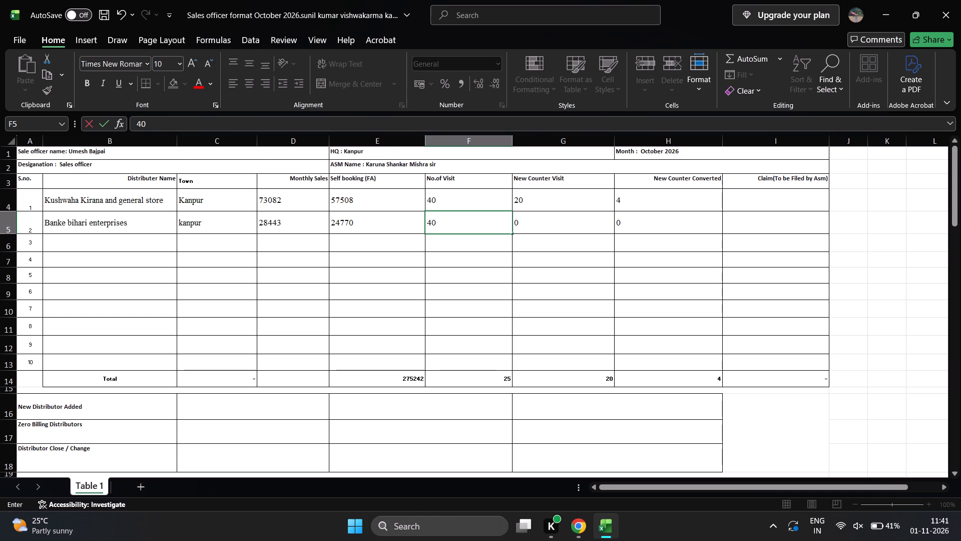
Set New Counter Visit to 35 for both Kushwaha Kirana and general store and Banke bihari enterprises.
{"action": "left_click", "coordinate": [563, 205]}
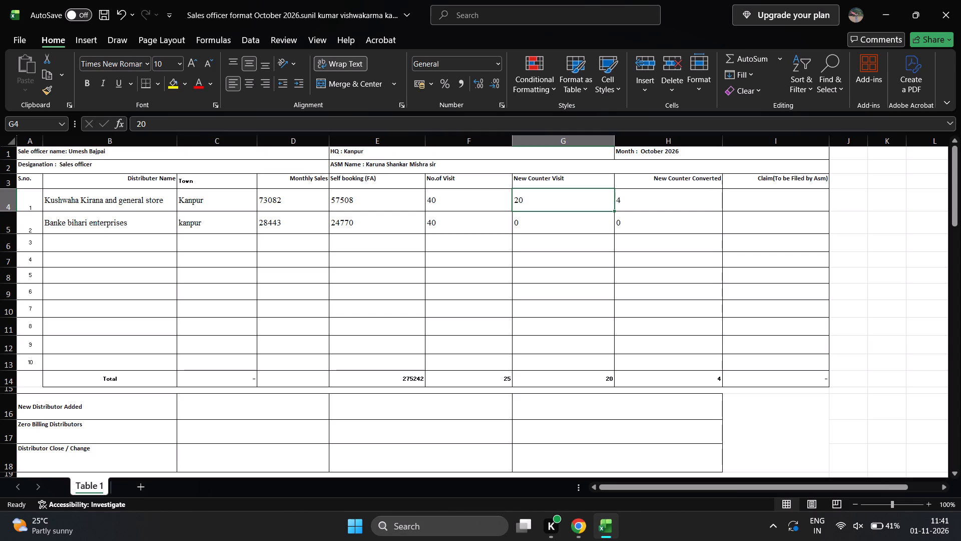
{"action": "type", "text": "35"}
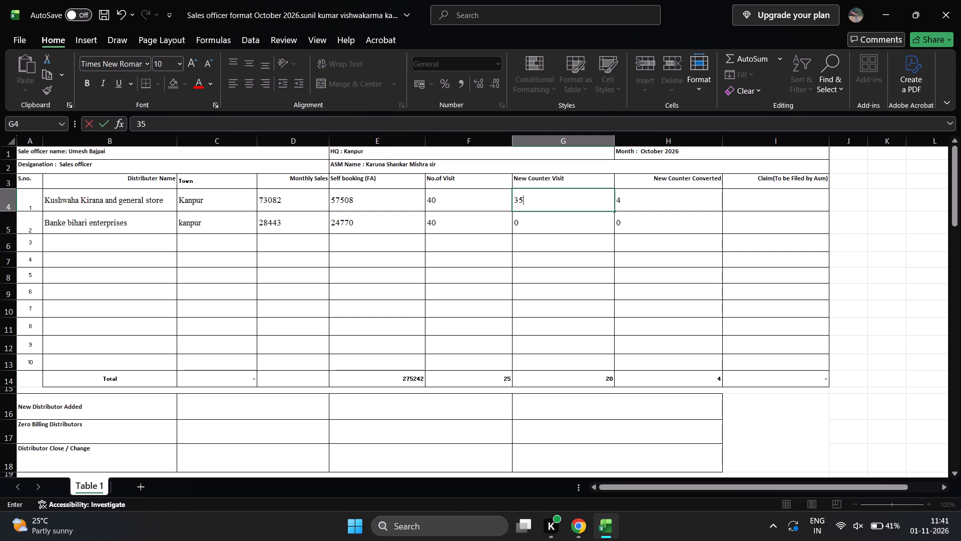
{"action": "left_click", "coordinate": [563, 224]}
{"action": "type", "text": "35"}
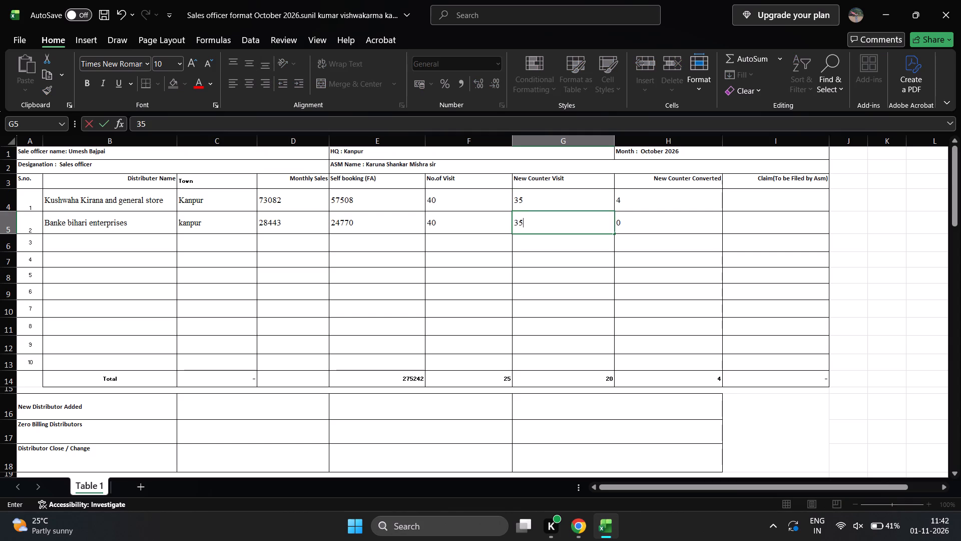
Select the New Counter Converted figure for Kushwaha Kirana and general store.
{"action": "left_click", "coordinate": [647, 200]}
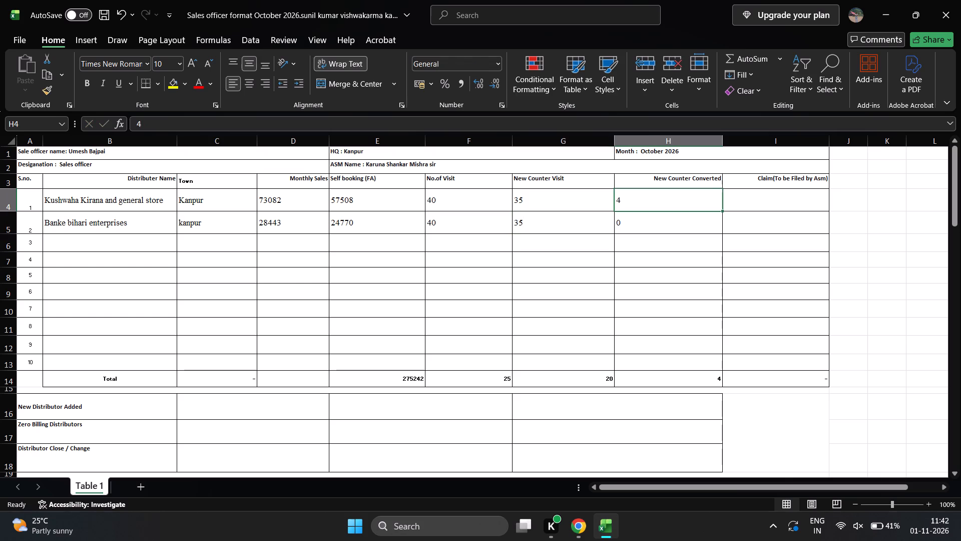
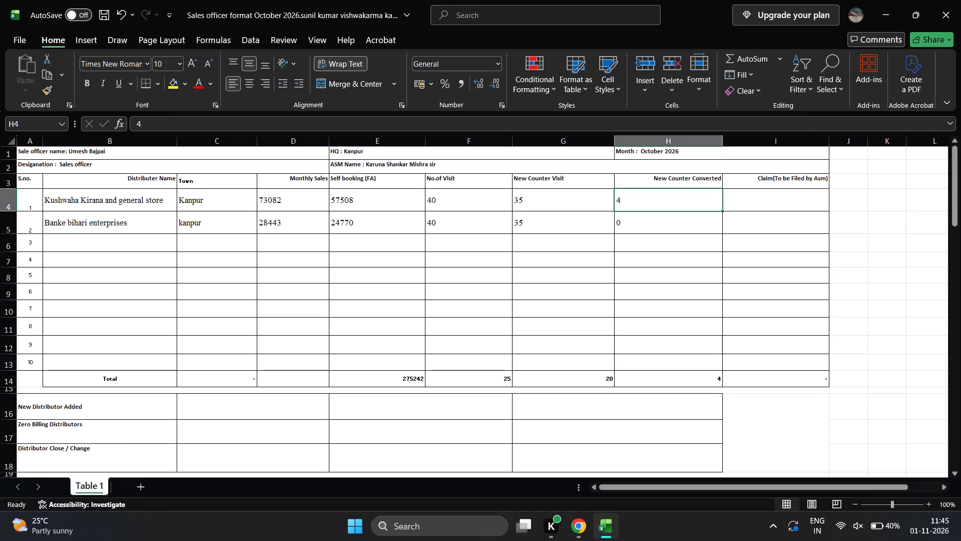
Set No.of Visit to 440 for Kushwaha Kirana and general store and to 160 for Banke bihari enterprises.
{"action": "left_click", "coordinate": [564, 200]}
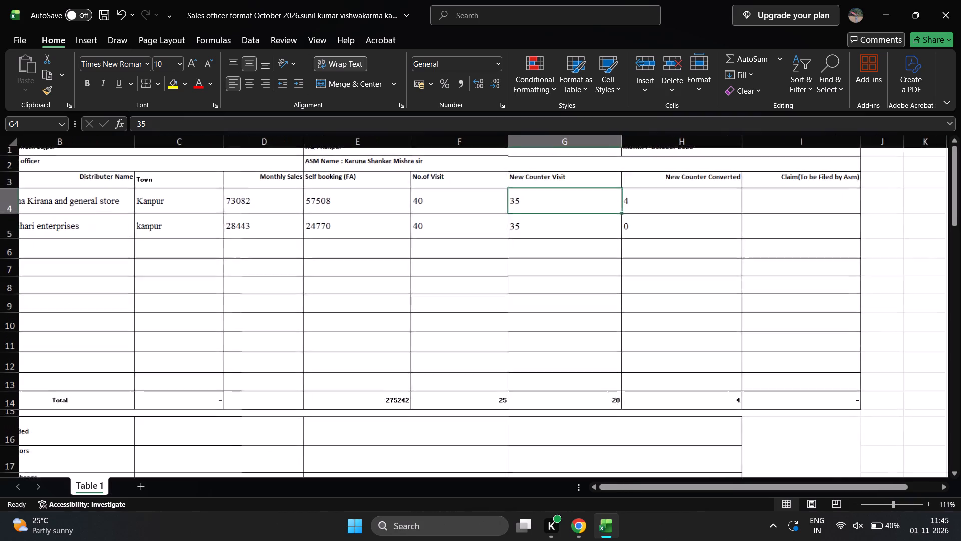
{"action": "scroll", "coordinate": [564, 200], "scroll_direction": "up", "scroll_amount": 1}
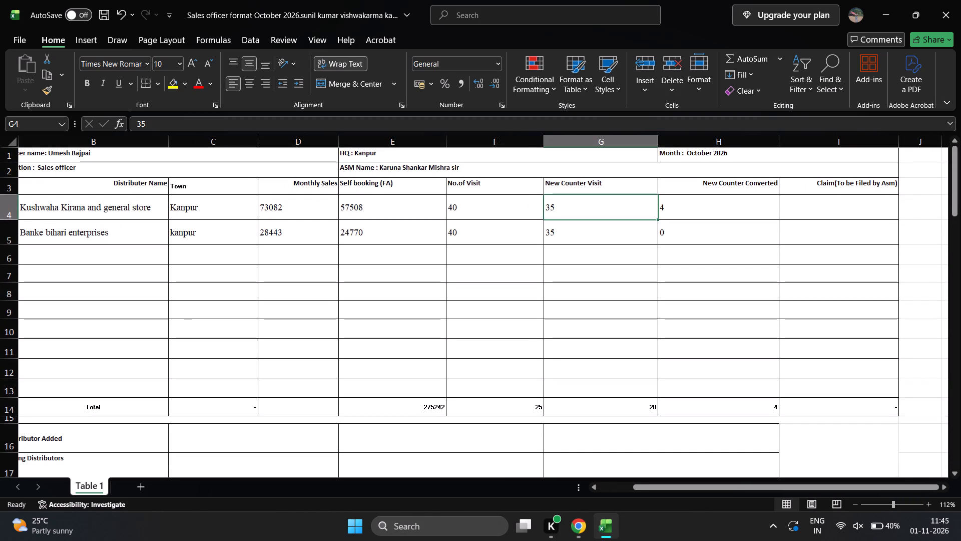
{"action": "left_click", "coordinate": [507, 207]}
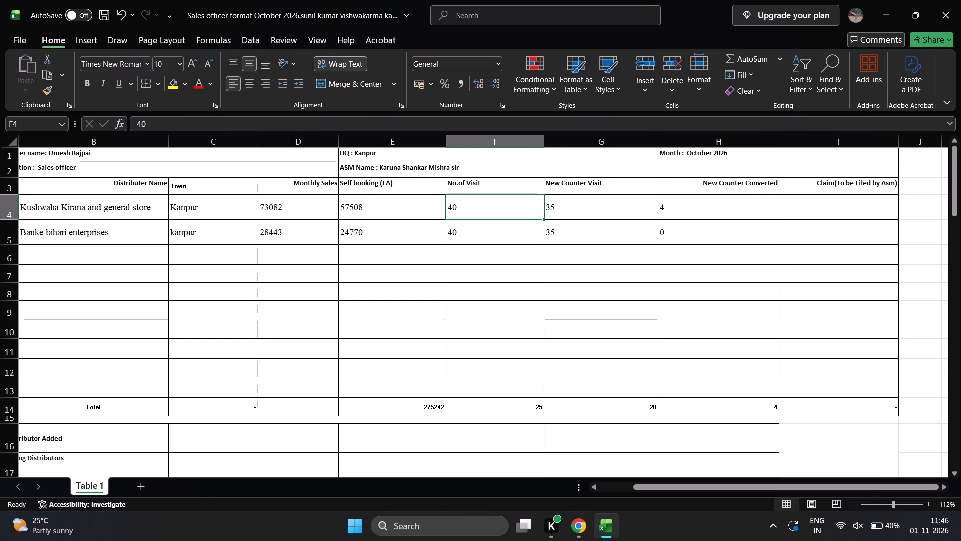
{"action": "type", "text": "440"}
{"action": "left_click", "coordinate": [502, 233]}
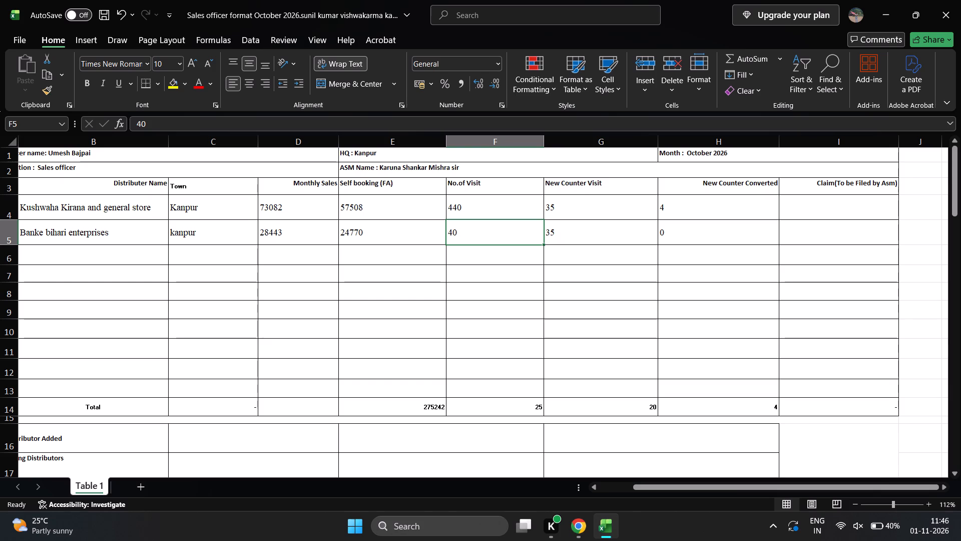
{"action": "type", "text": "160"}
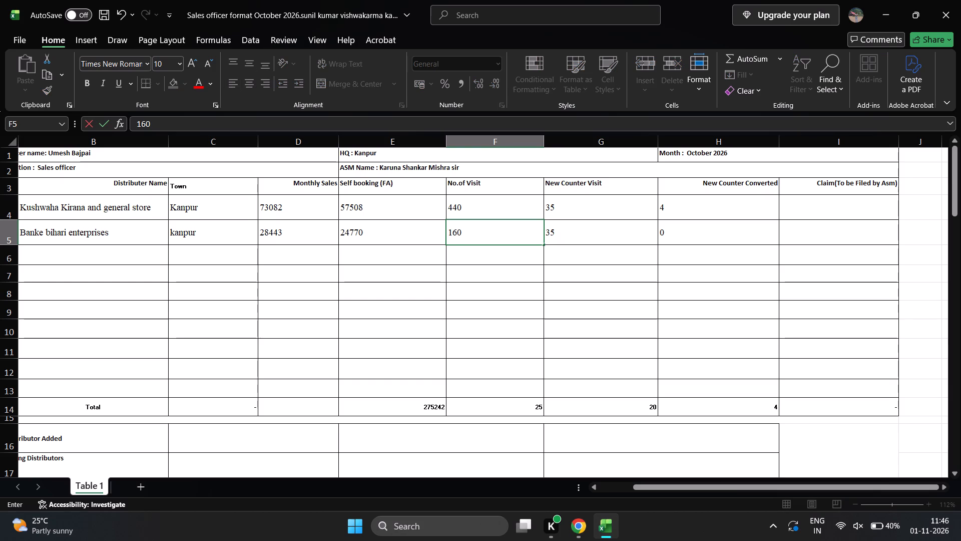
{"action": "left_click", "coordinate": [579, 204]}
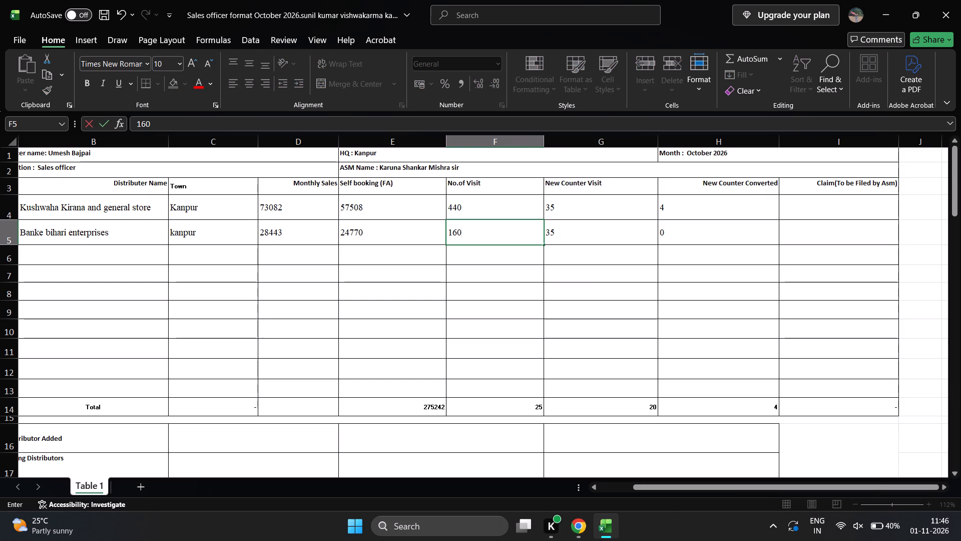
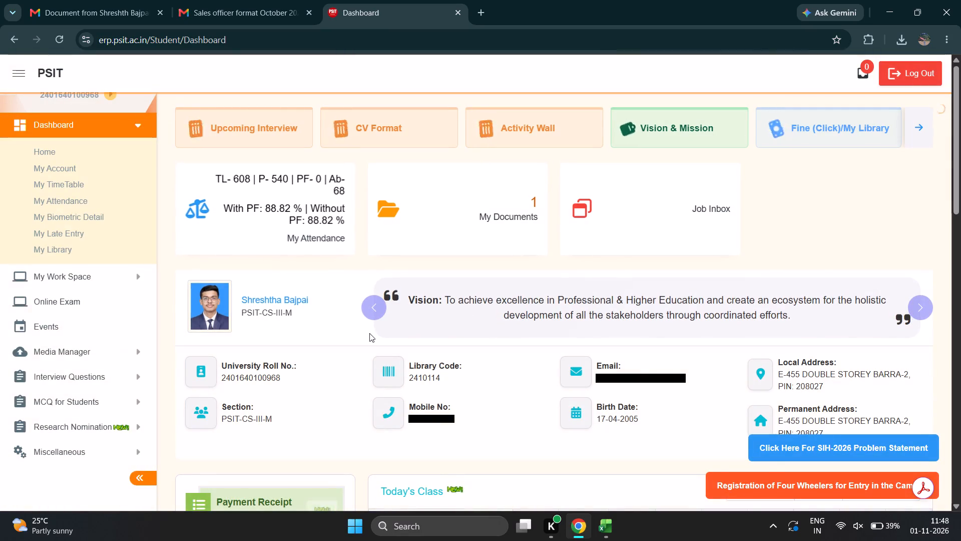
Look through the PSIT student dashboard's request and interview question sections and the entries under My Work Space.
{"action": "scroll", "coordinate": [369, 333], "scroll_direction": "down", "scroll_amount": 5}
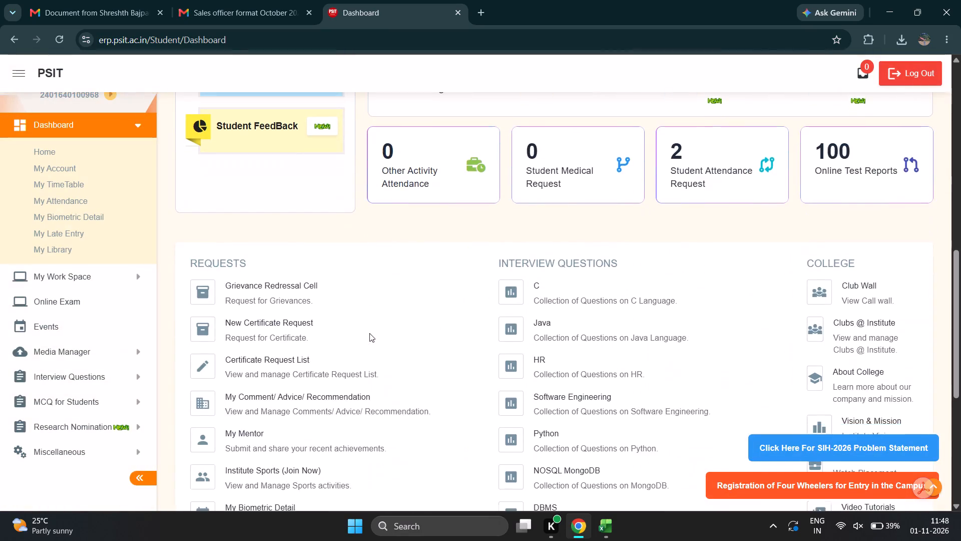
{"action": "scroll", "coordinate": [369, 333], "scroll_direction": "down", "scroll_amount": 2}
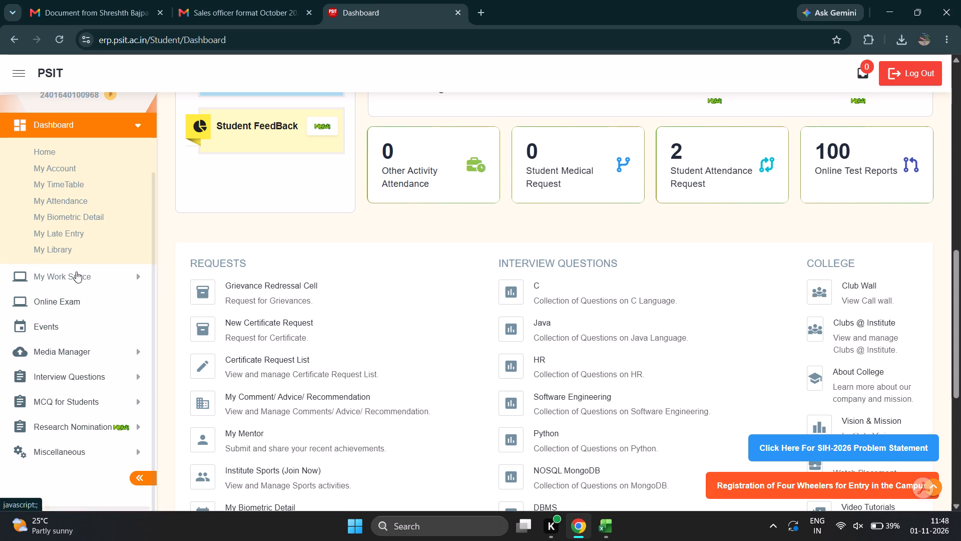
{"action": "left_click", "coordinate": [88, 274]}
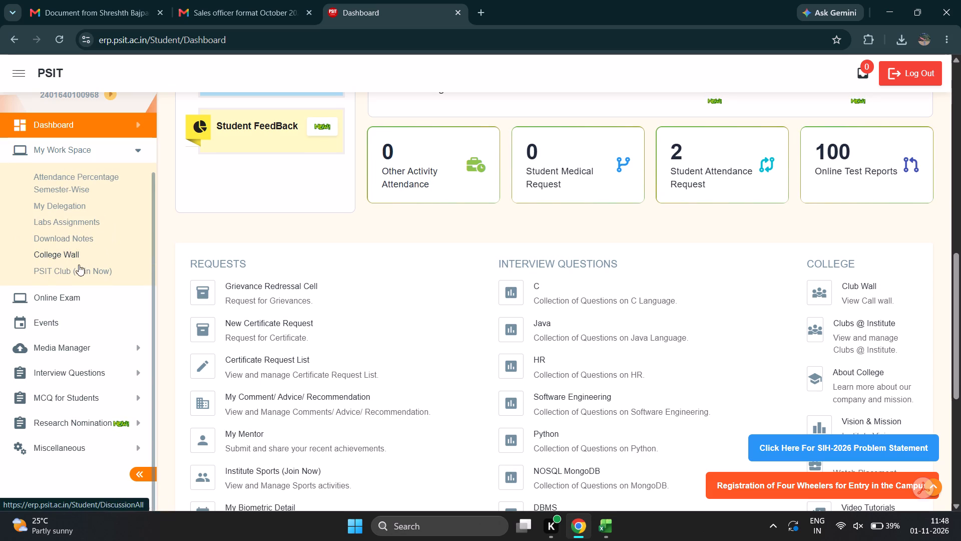
View the Online Exam results page and return to the student dashboard.
{"action": "left_click", "coordinate": [79, 294]}
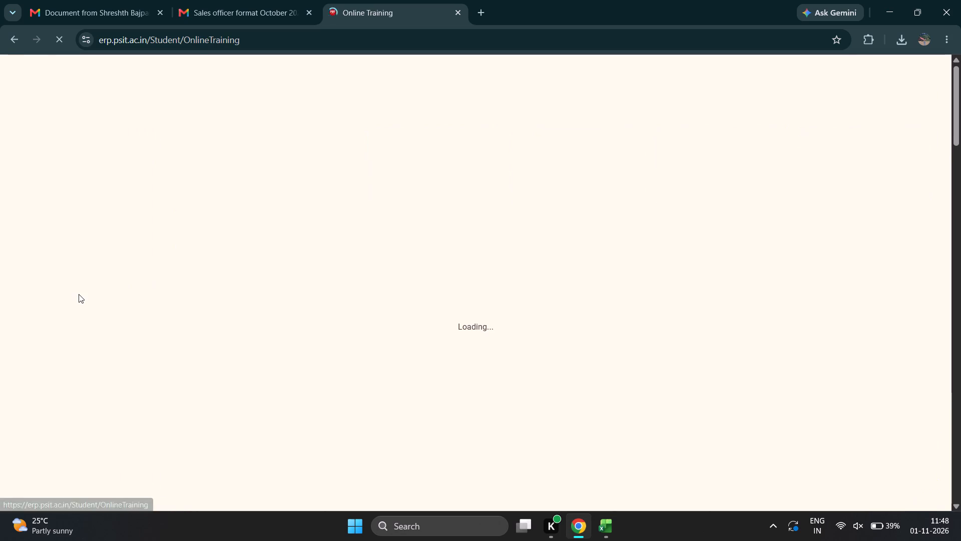
{"action": "scroll", "coordinate": [79, 294], "scroll_direction": "right", "scroll_amount": 14}
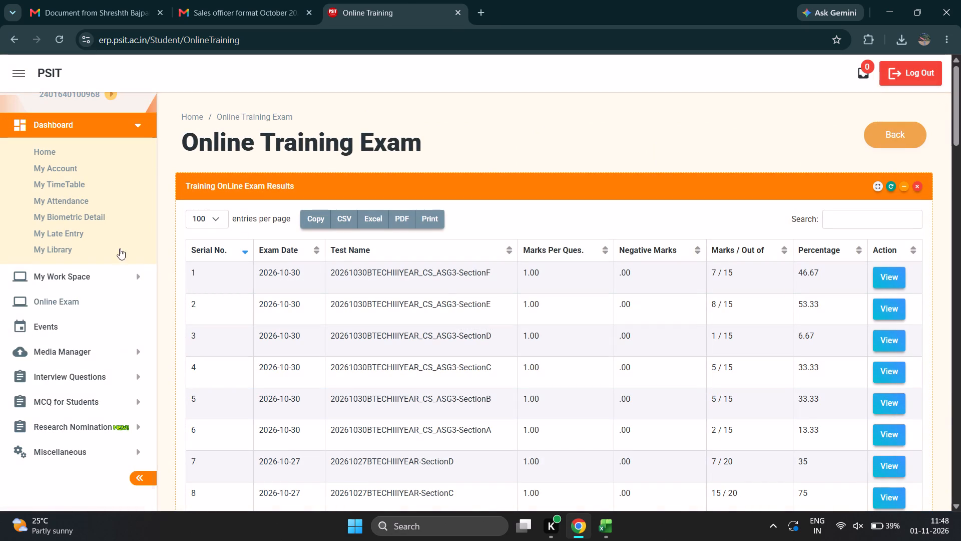
{"action": "scroll", "coordinate": [367, 145], "scroll_direction": "right", "scroll_amount": 8}
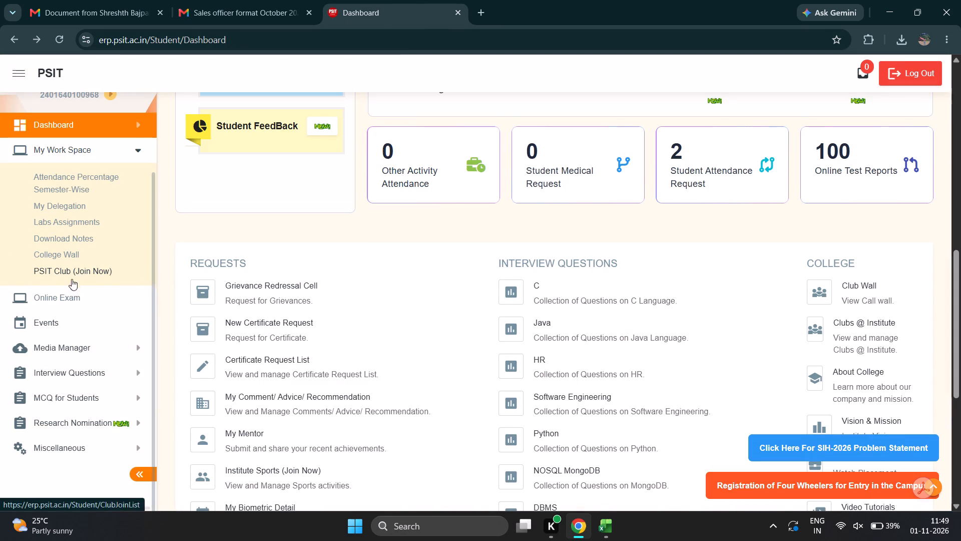
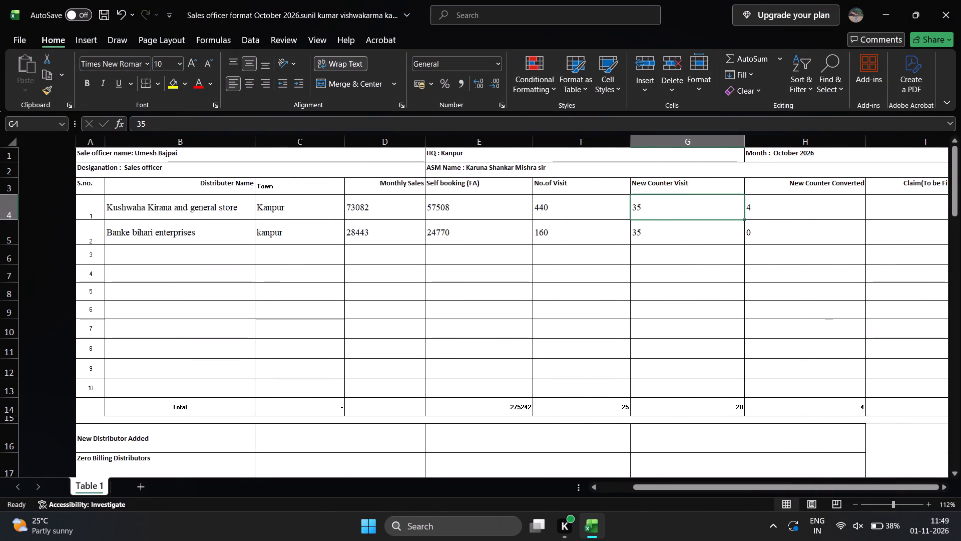
Select the New Counter Visit figure for Kushwaha Kirana and general store.
{"action": "scroll", "coordinate": [448, 314], "scroll_direction": "right", "scroll_amount": 1}
{"action": "scroll", "coordinate": [448, 314], "scroll_direction": "up", "scroll_amount": 3}
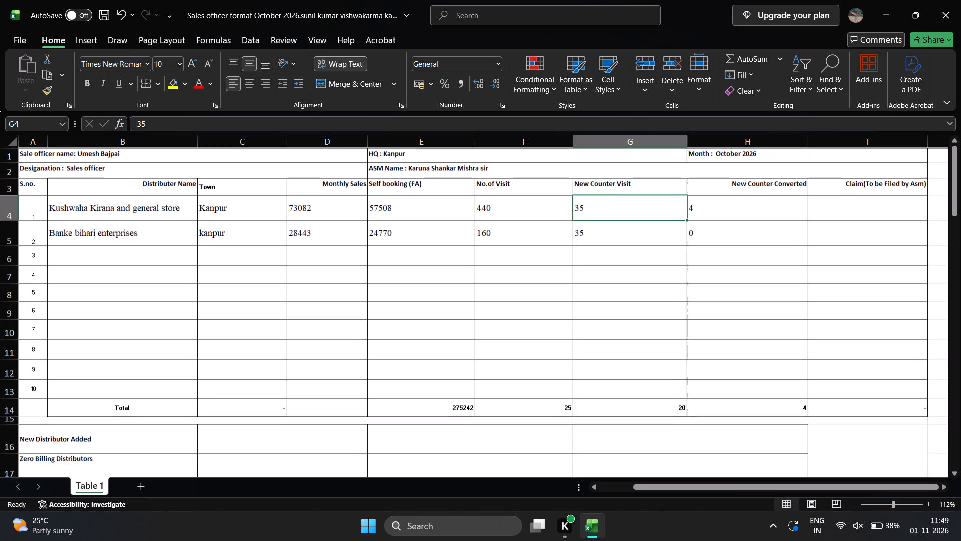
{"action": "left_click", "coordinate": [644, 209]}
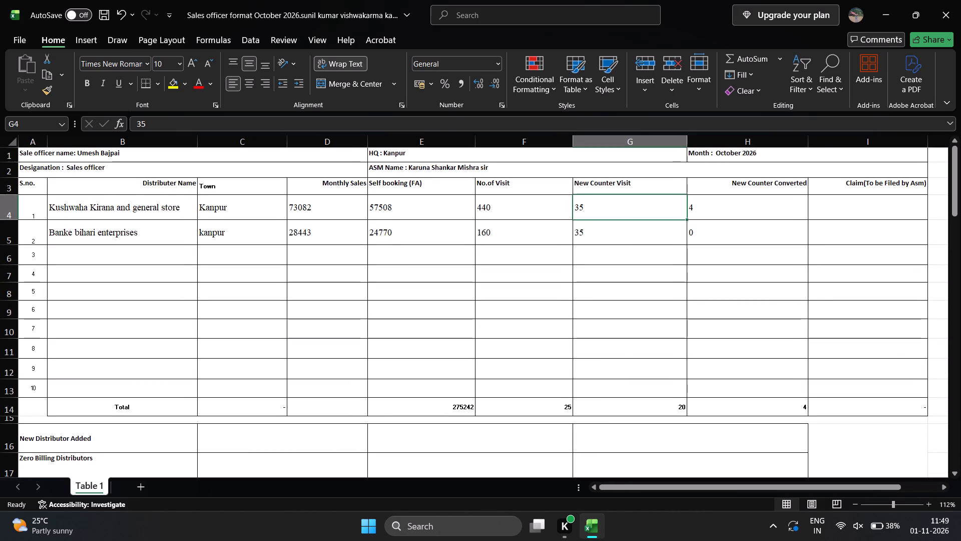
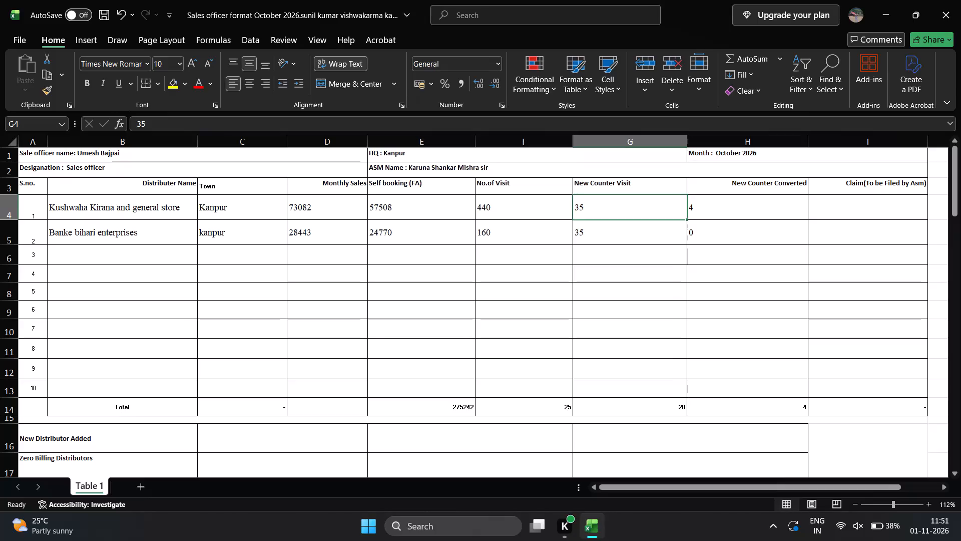
Set New Counter Visit to 385 for Kushwaha Kirana and general store and to 140 for Banke bihari enterprises.
{"action": "left_click", "coordinate": [607, 207]}
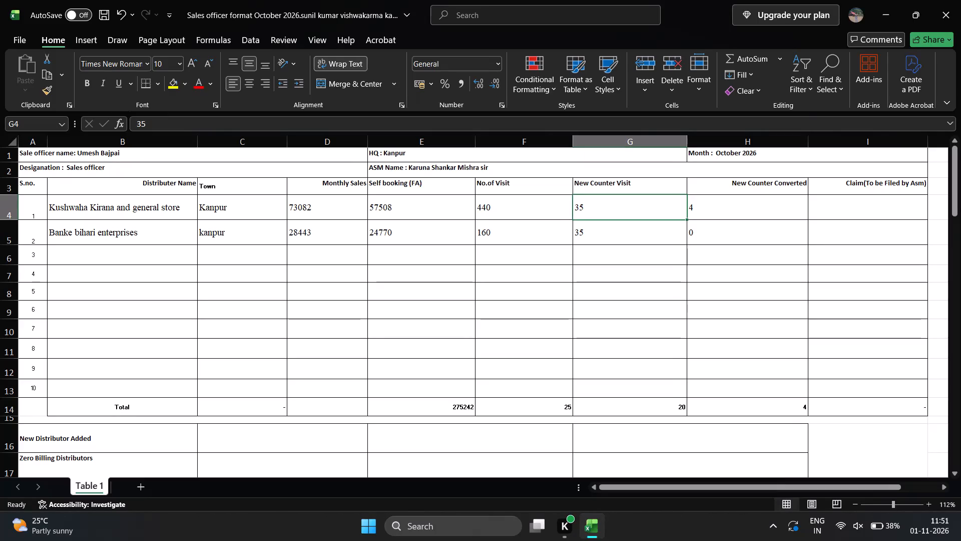
{"action": "type", "text": "385"}
{"action": "left_click", "coordinate": [607, 231]}
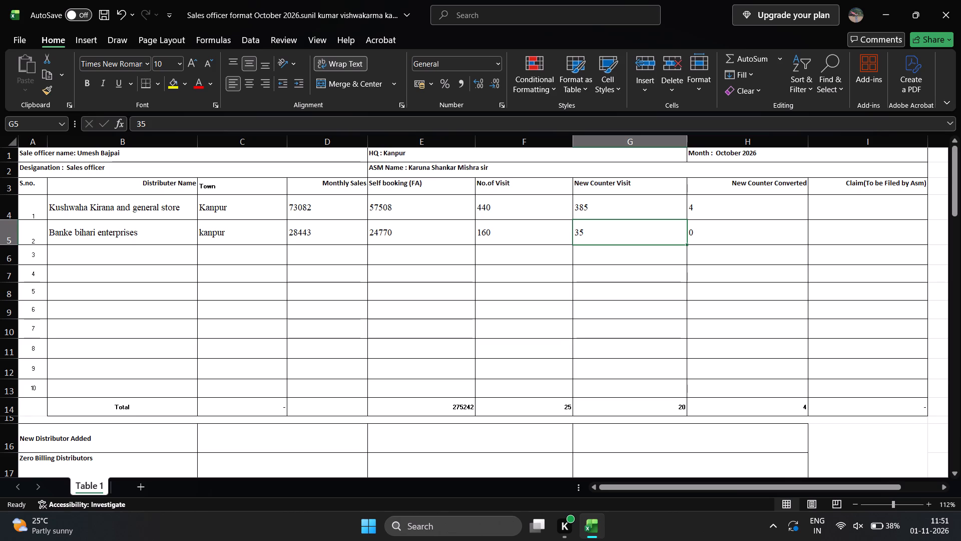
{"action": "type", "text": "140"}
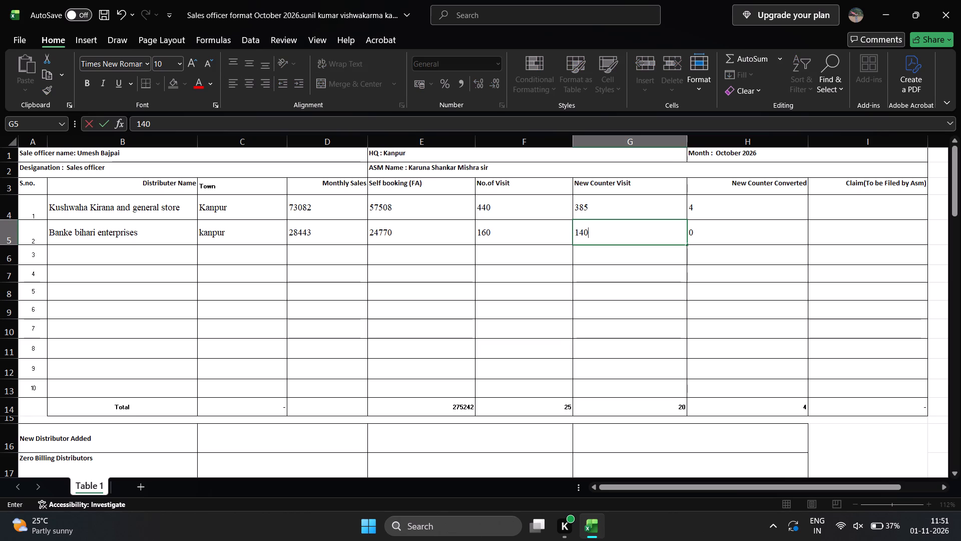
{"action": "left_click", "coordinate": [715, 212]}
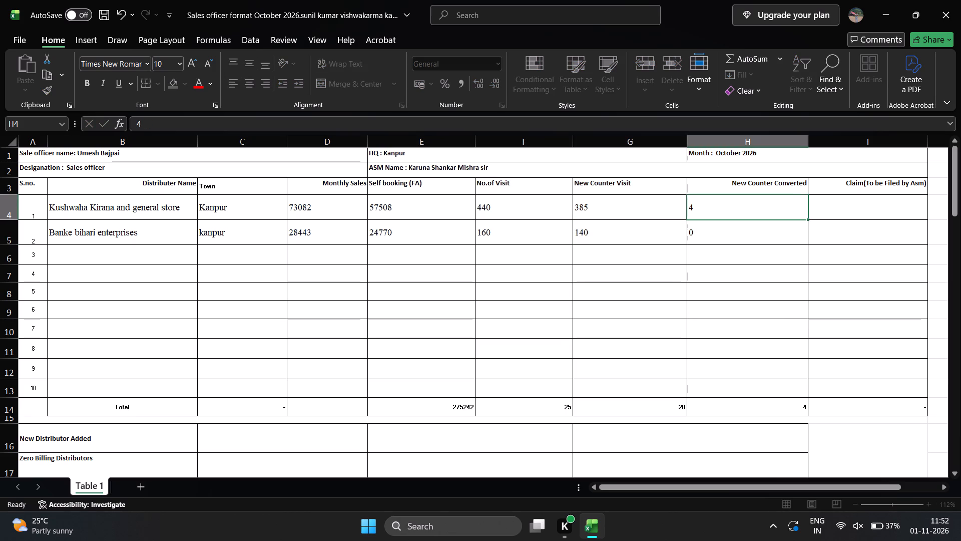
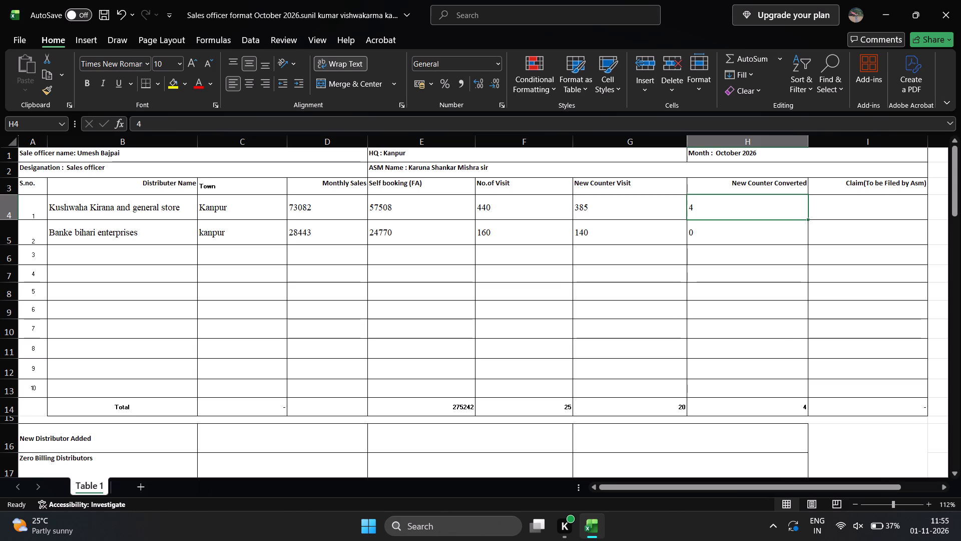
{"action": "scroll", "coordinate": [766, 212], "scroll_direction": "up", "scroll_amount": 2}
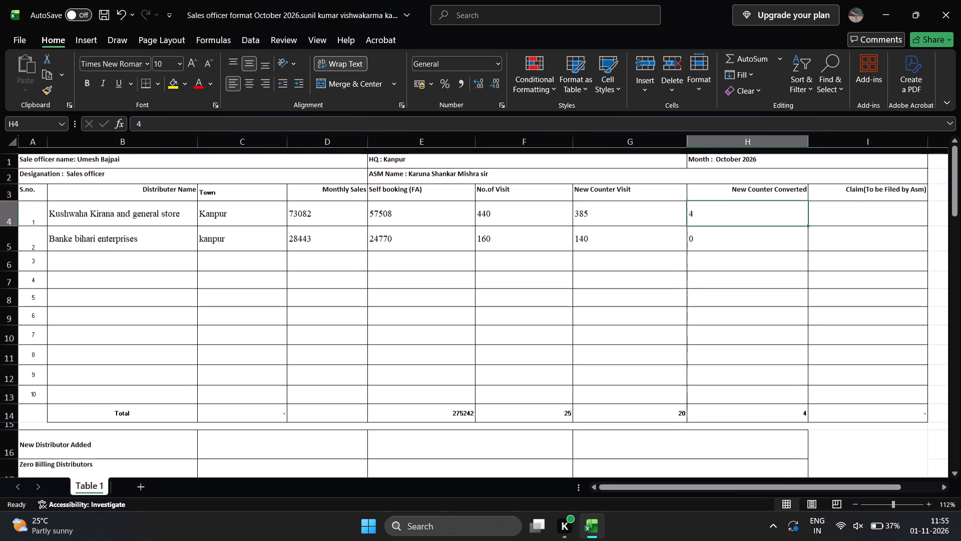